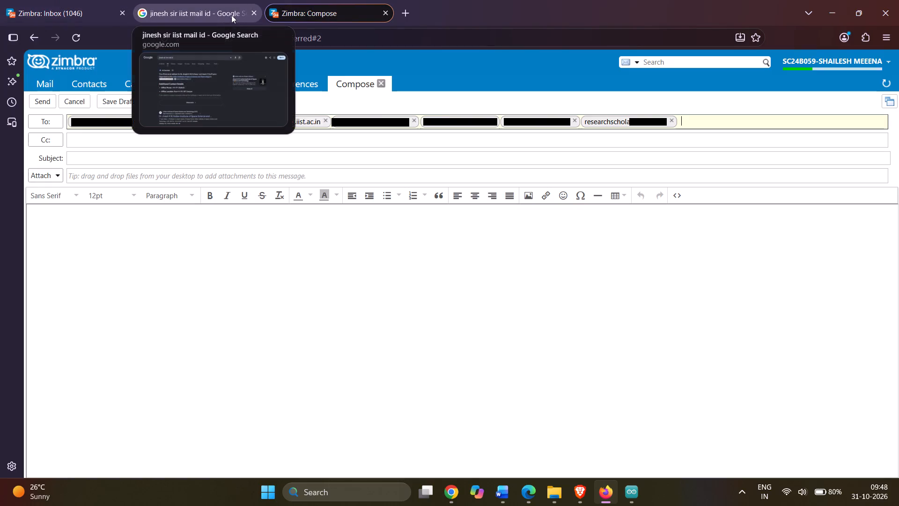
Close the Google Search page about the IIST mail ID, keeping the Zimbra inbox and compose pages open.
{"action": "left_click", "coordinate": [254, 15]}
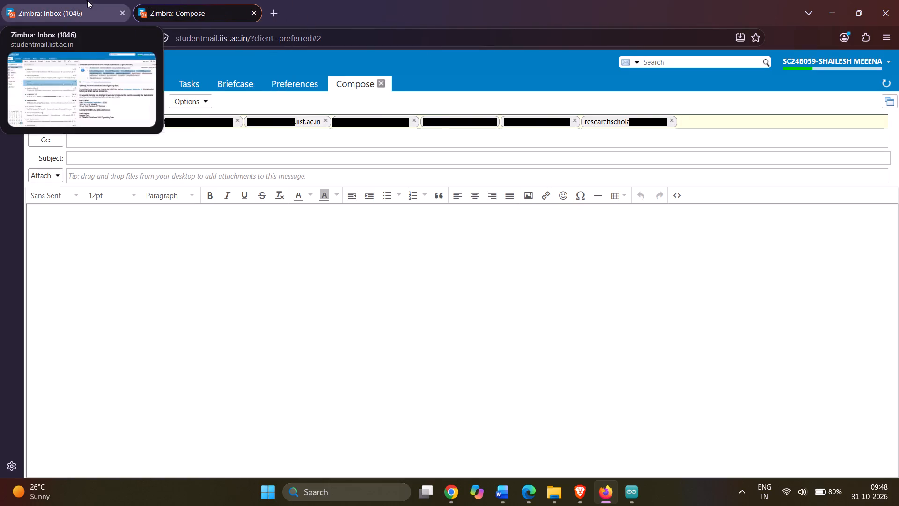
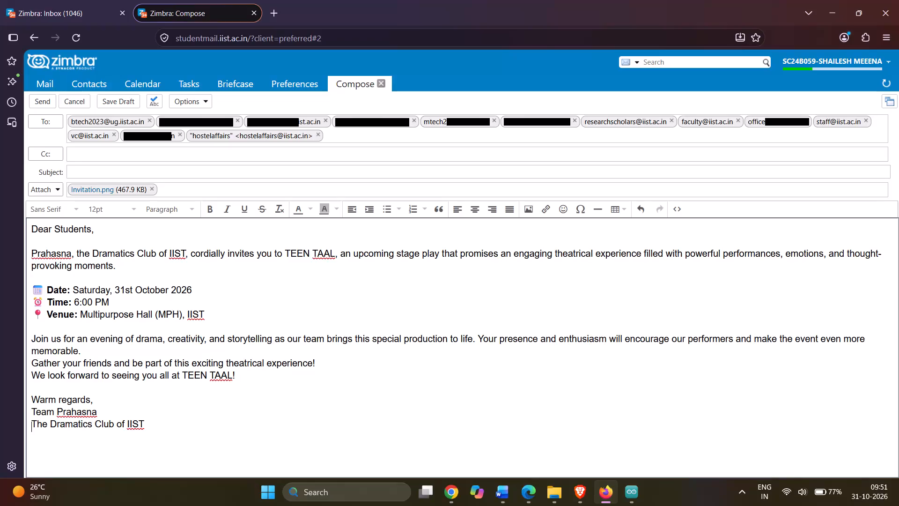
Switch to File Explorer, review the Invitation image from the Downloads folder, close it, and return to the Zimbra email draft.
{"action": "left_click", "coordinate": [538, 497]}
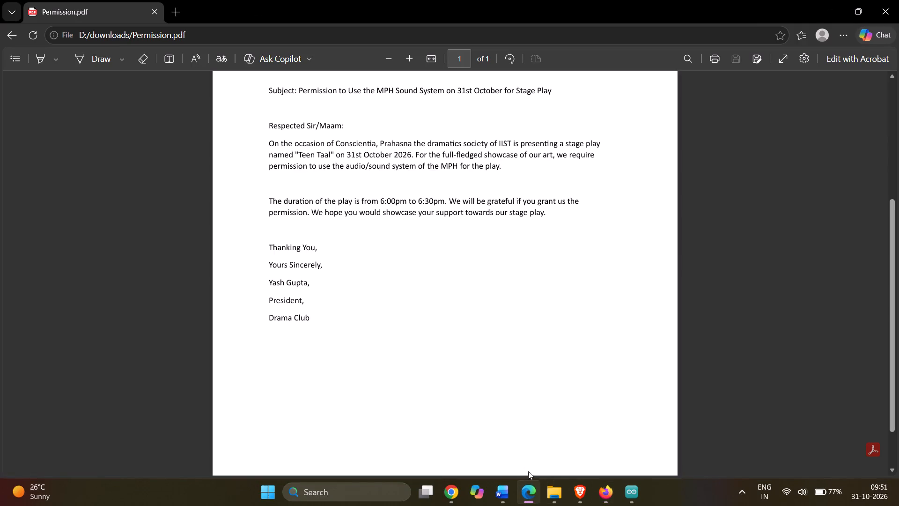
{"action": "left_click", "coordinate": [548, 499]}
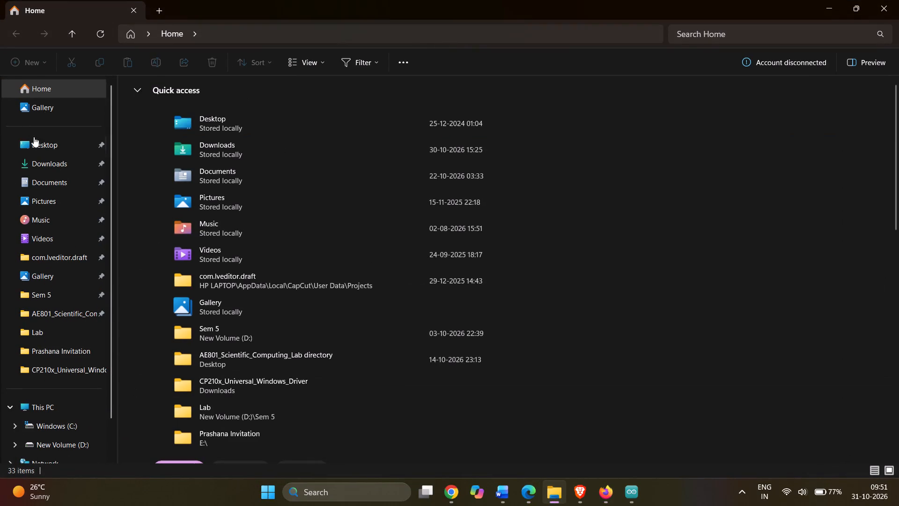
{"action": "left_click", "coordinate": [42, 155]}
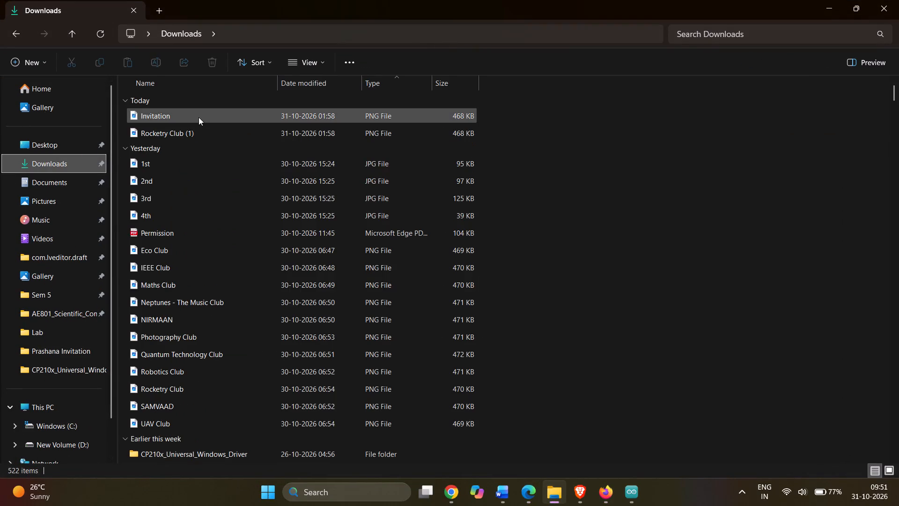
{"action": "double_click", "coordinate": [199, 117]}
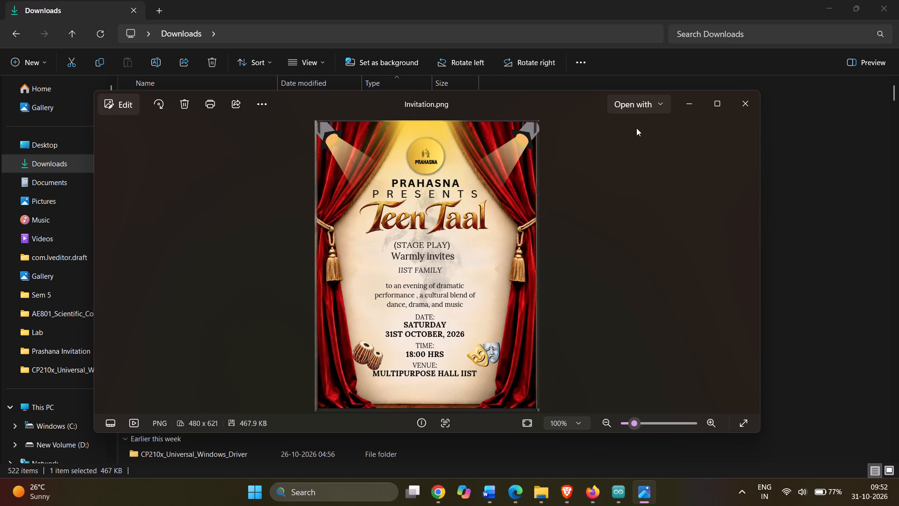
{"action": "left_click", "coordinate": [750, 116]}
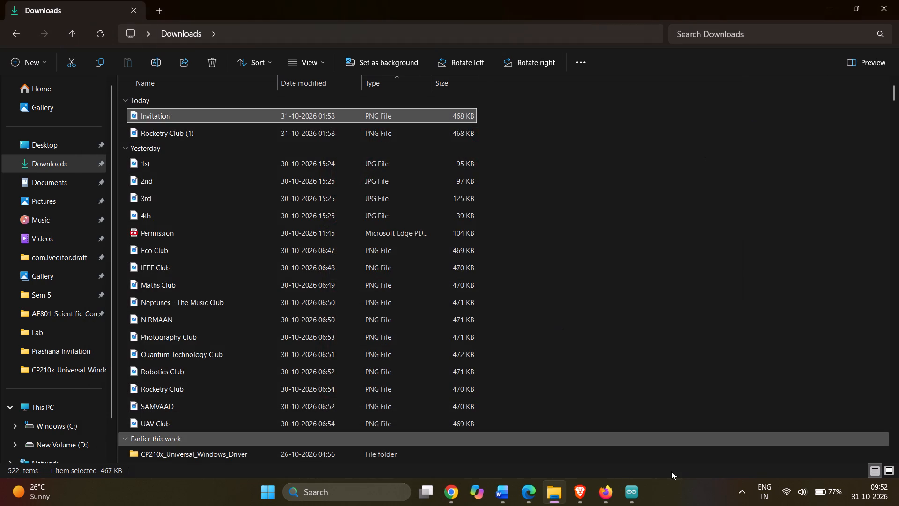
{"action": "left_click", "coordinate": [602, 491]}
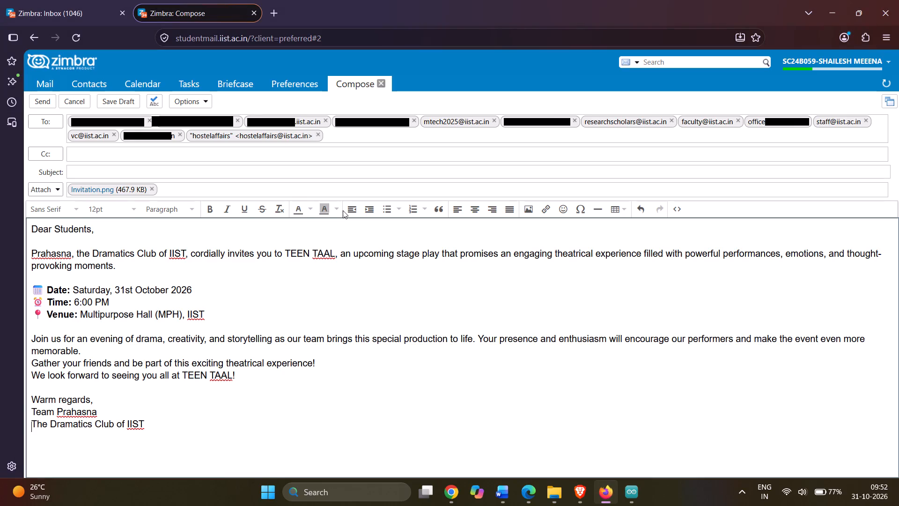
Extend the greeting in the email body so it reads "Dear Students/Sir/Madam,".
{"action": "scroll", "coordinate": [210, 352], "scroll_direction": "up", "scroll_amount": 1}
{"action": "scroll", "coordinate": [221, 291], "scroll_direction": "up", "scroll_amount": 2}
{"action": "left_click", "coordinate": [91, 228]}
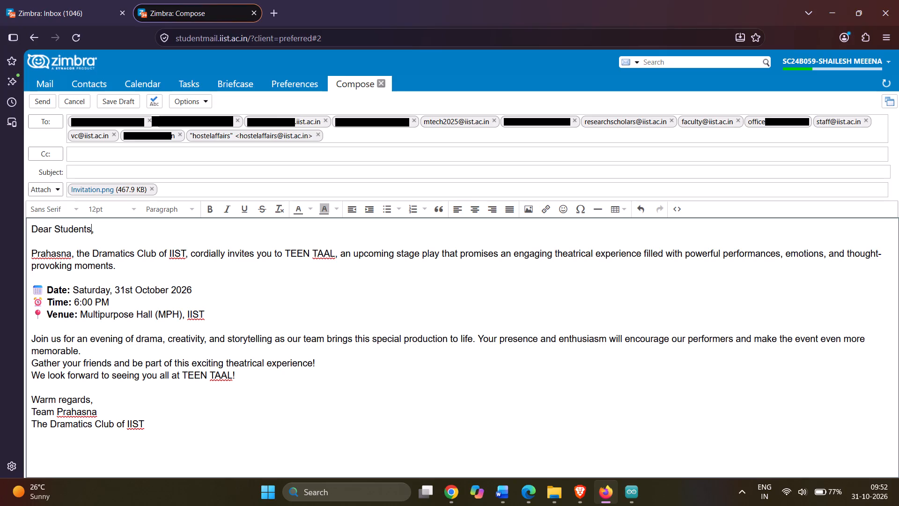
{"action": "key", "text": "slash"}
{"action": "type", "text": "Si"}
{"action": "key", "text": "r"}
{"action": "key", "text": "shift+slash"}
{"action": "type", "text": "Madam"}
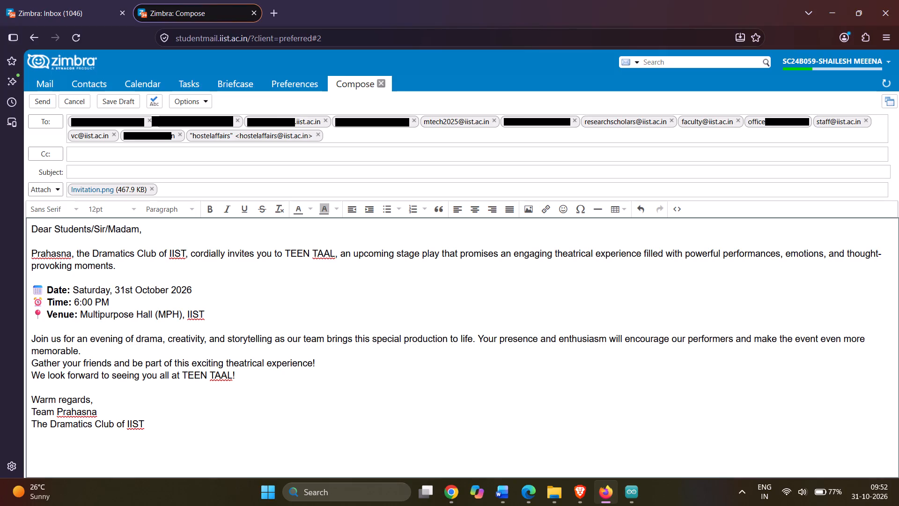
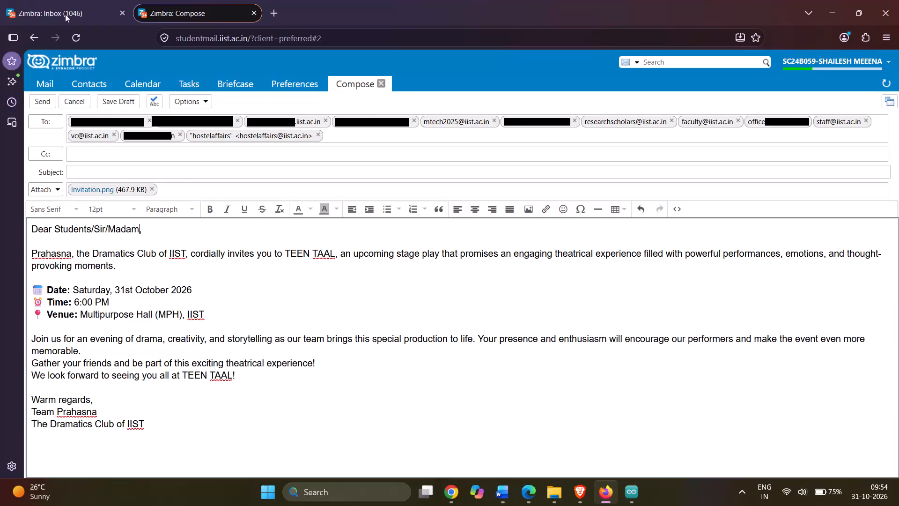
Send the TEEN TAAL invitation email to all the listed recipients without a subject.
{"action": "left_click", "coordinate": [37, 97]}
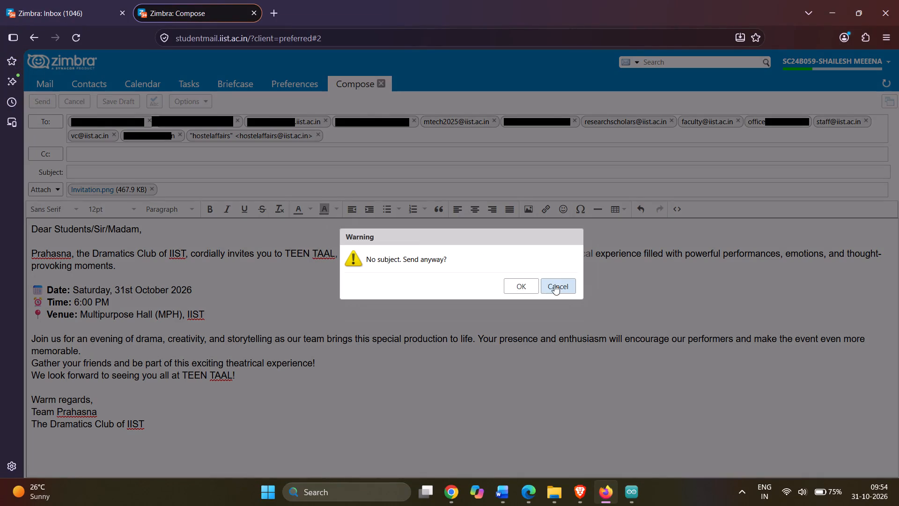
{"action": "left_click", "coordinate": [521, 284]}
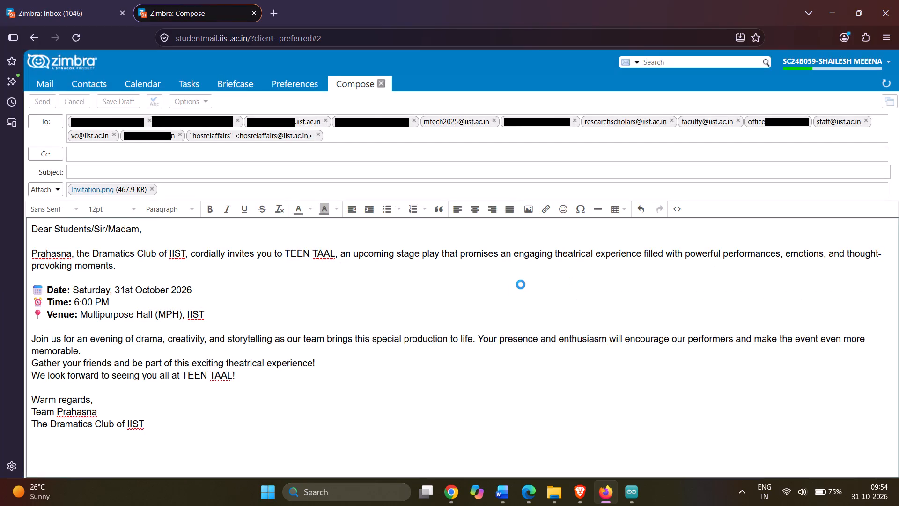